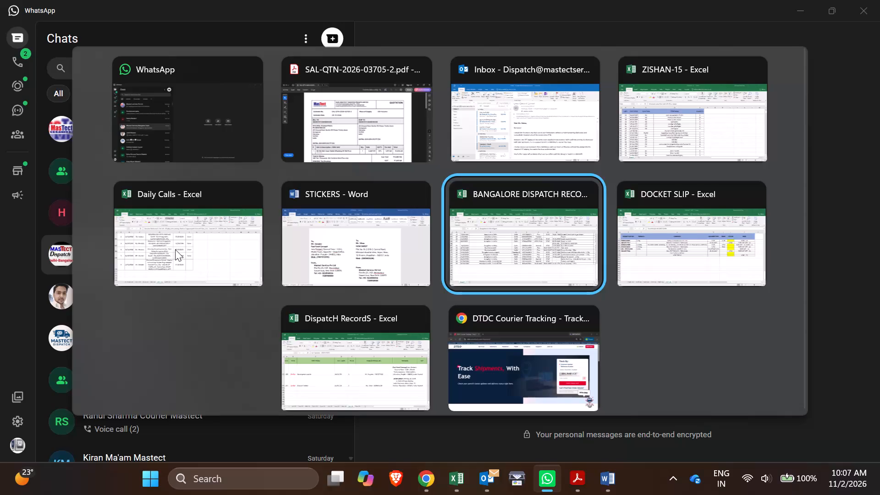
key("alt+Left")
key("alt+Right")
scroll(563, 337, "left", 3)
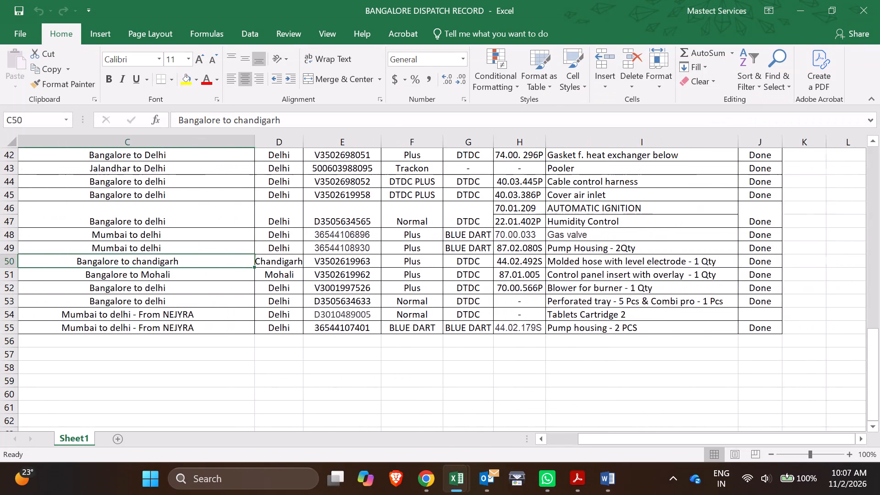
scroll(563, 337, "left", 2)
left_click(517, 315)
key("Left")
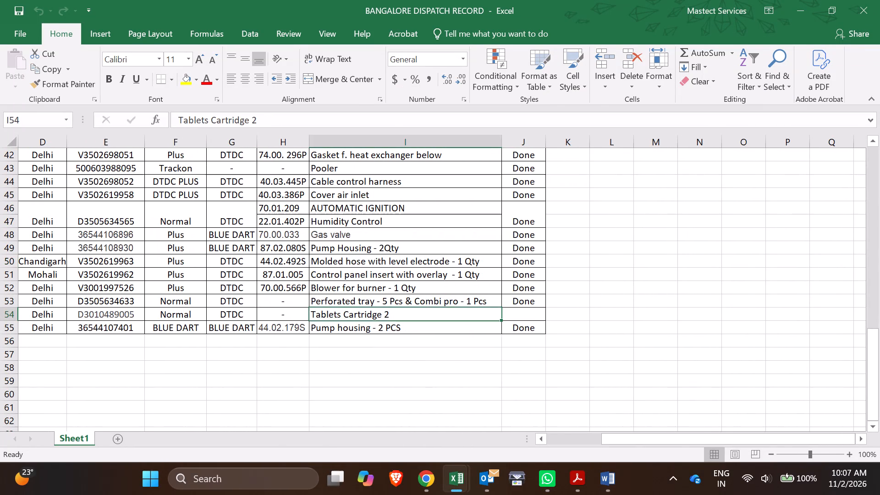
key("Left")
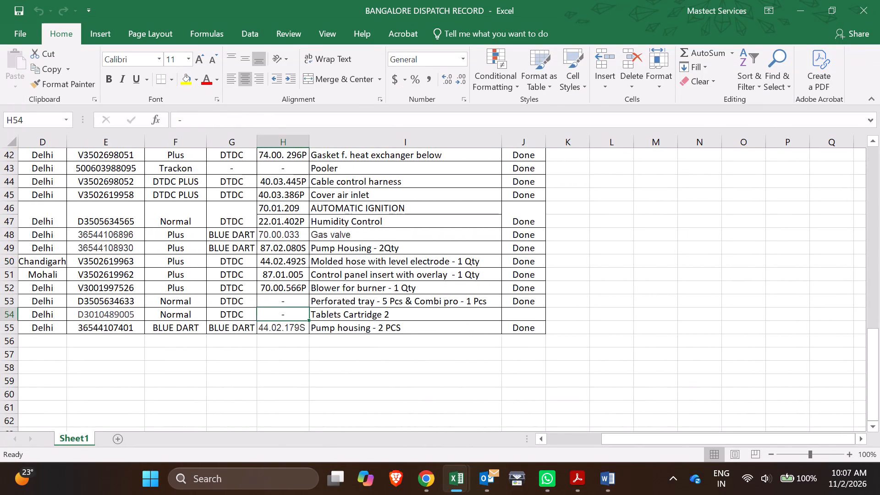
key("Left")
key("Left")
key("Left")
key("ctrl+c")
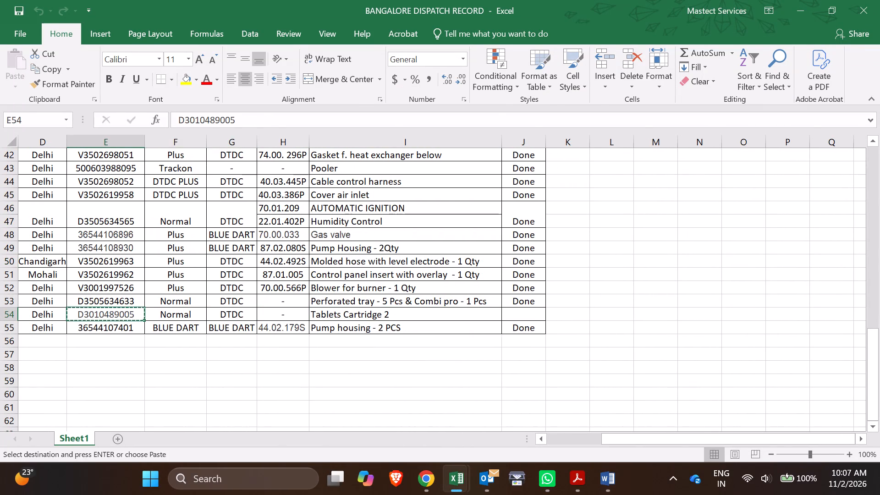
key("alt+Tab")
key("alt+Down")
key("alt+Down")
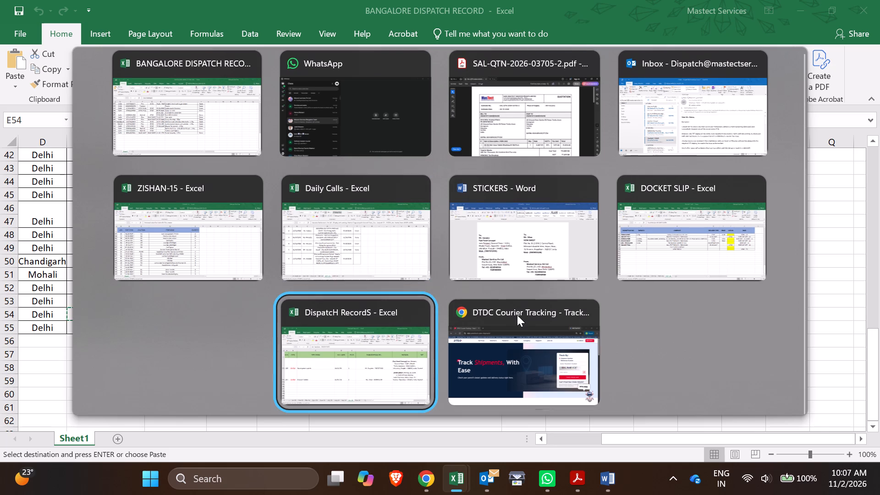
key("alt+Right")
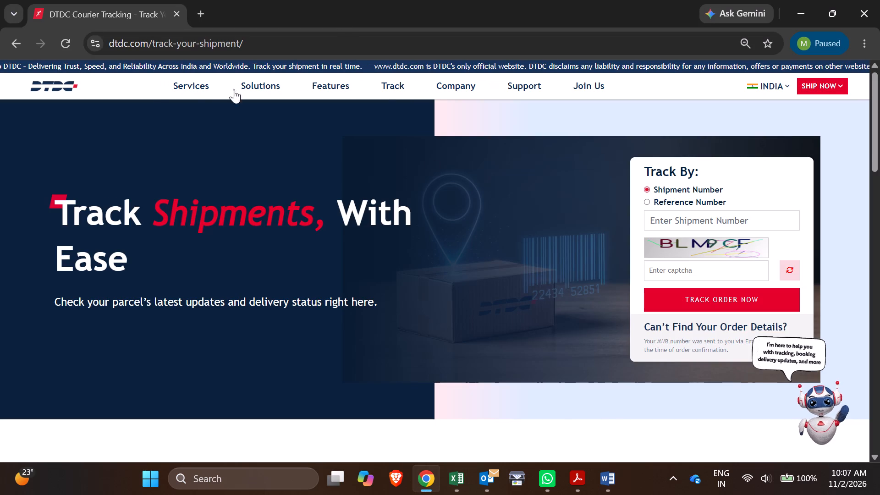
left_click(71, 41)
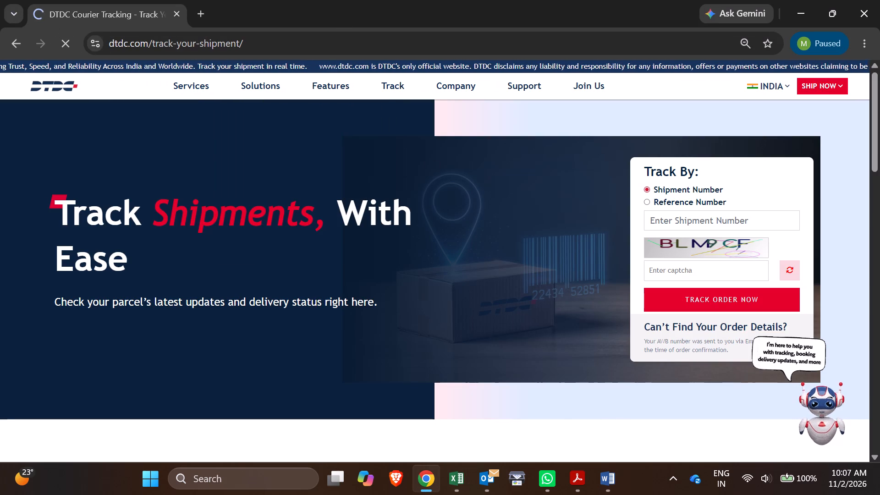
left_click(692, 220)
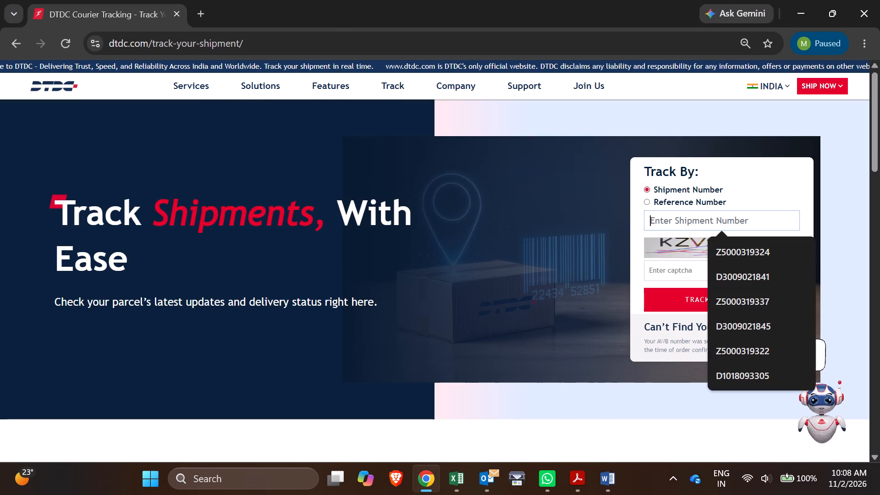
key("ctrl+v")
key("k")
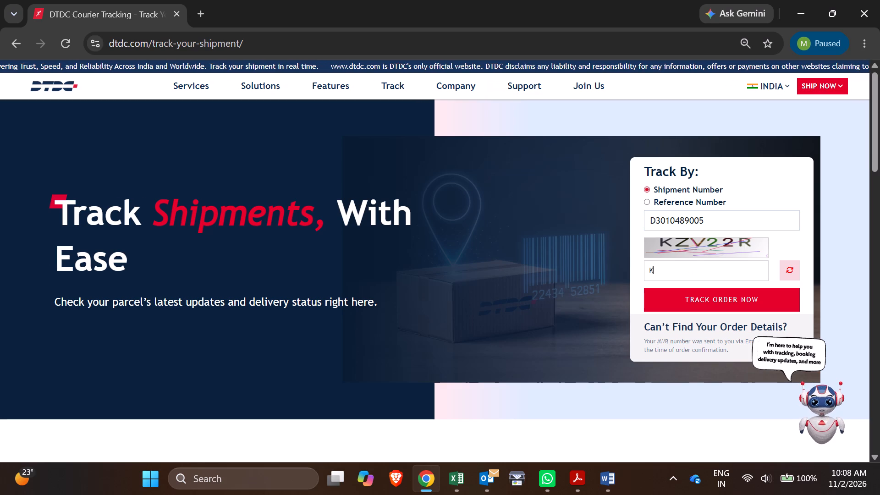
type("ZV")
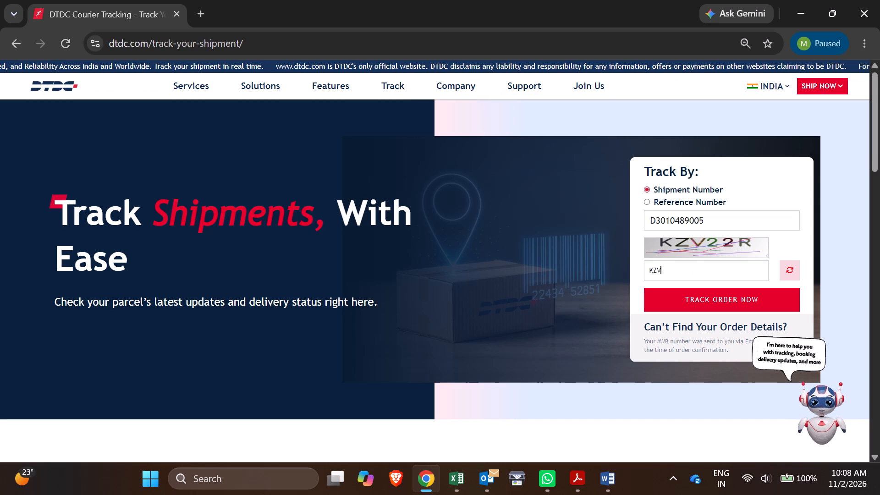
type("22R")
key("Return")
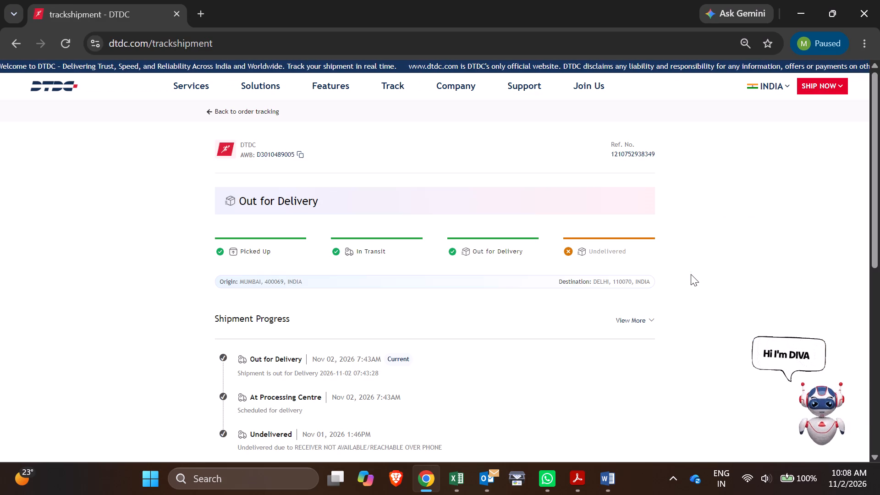
scroll(592, 281, "right", 1)
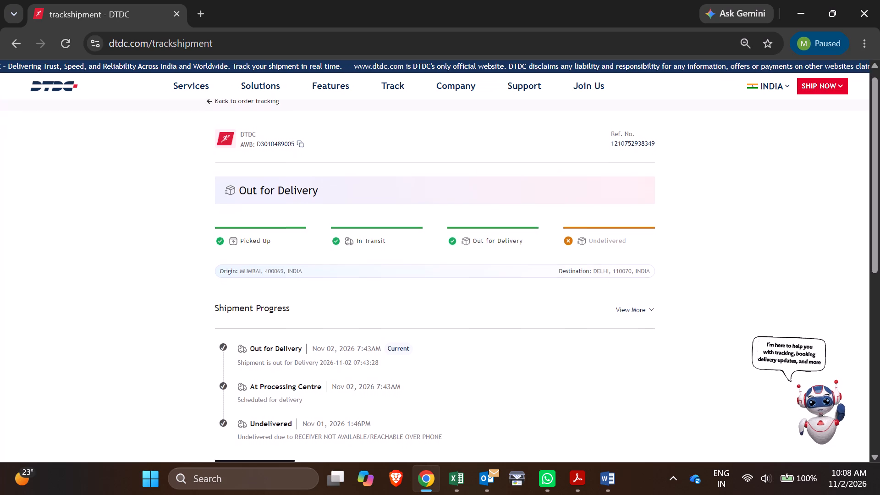
scroll(592, 281, "right", 2)
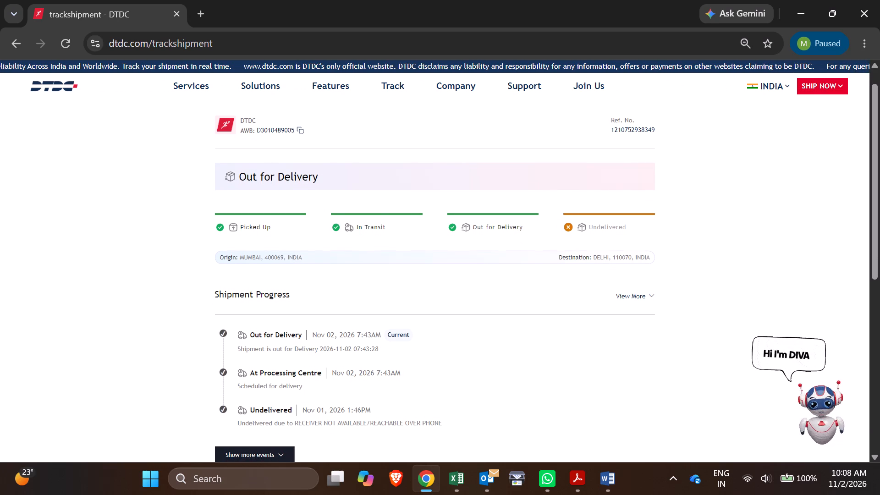
scroll(592, 281, "right", 1)
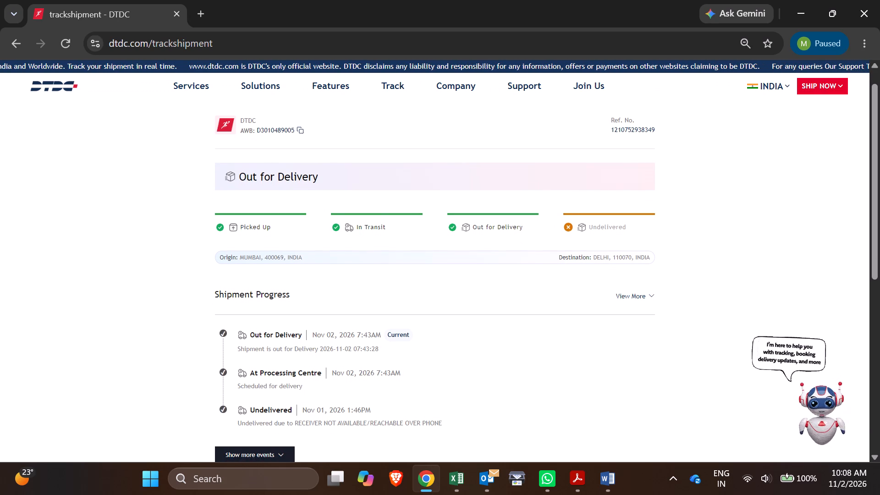
scroll(592, 281, "right", 2)
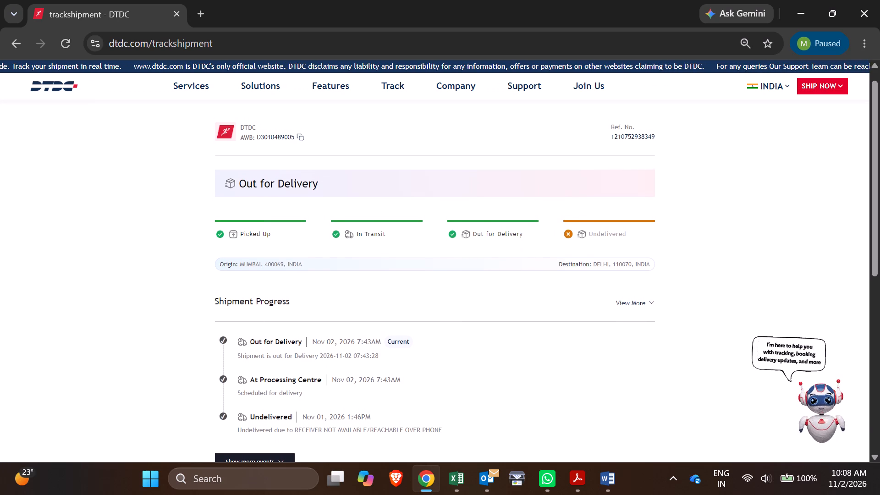
scroll(592, 281, "right", 2)
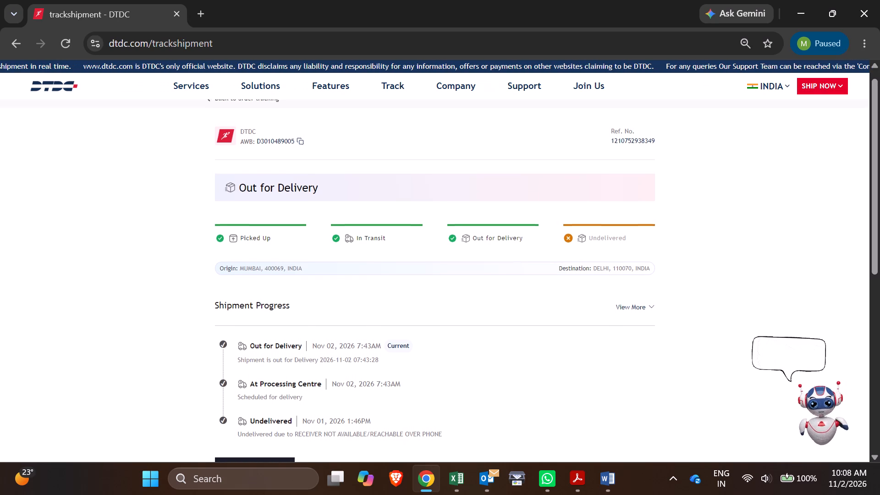
scroll(592, 281, "right", 2)
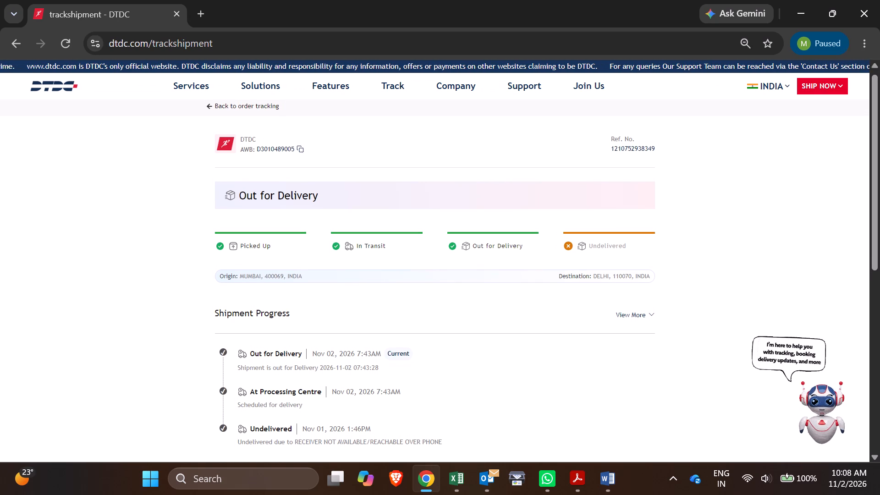
scroll(592, 281, "right", 1)
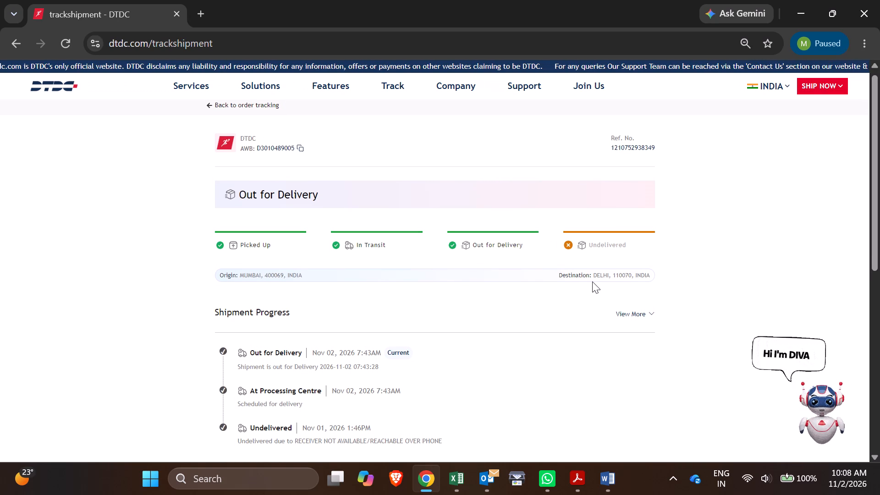
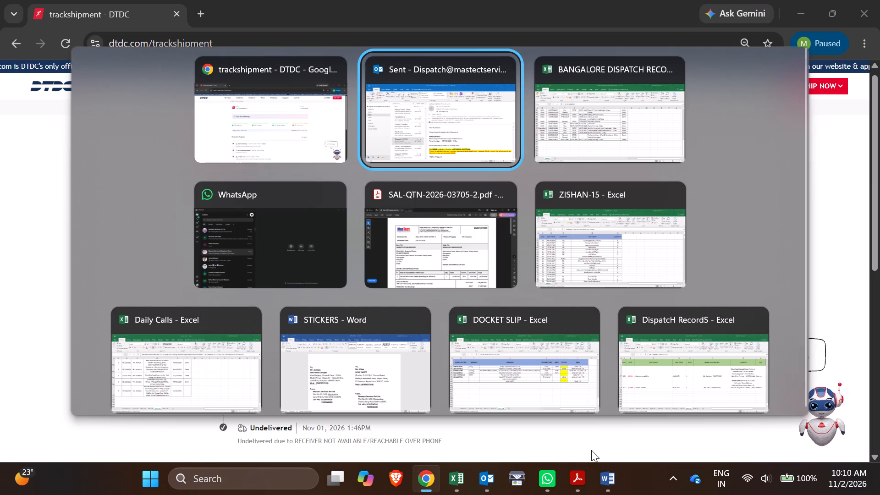
Switch to the BANGALORE DISPATCH RECORD workbook, check the last dispatch entries in rows 54 and 55, and return to the DTDC tracking page.
key("alt+Tab")
scroll(435, 494, "right", 4)
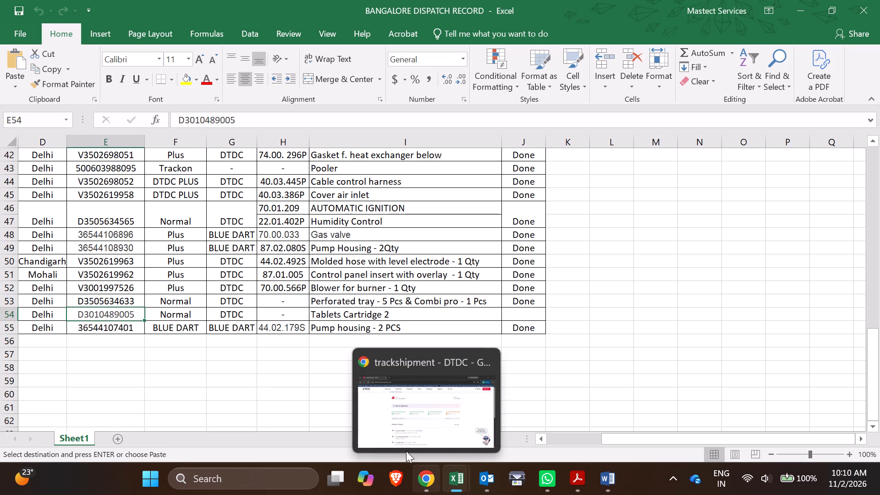
scroll(259, 328, "right", 7)
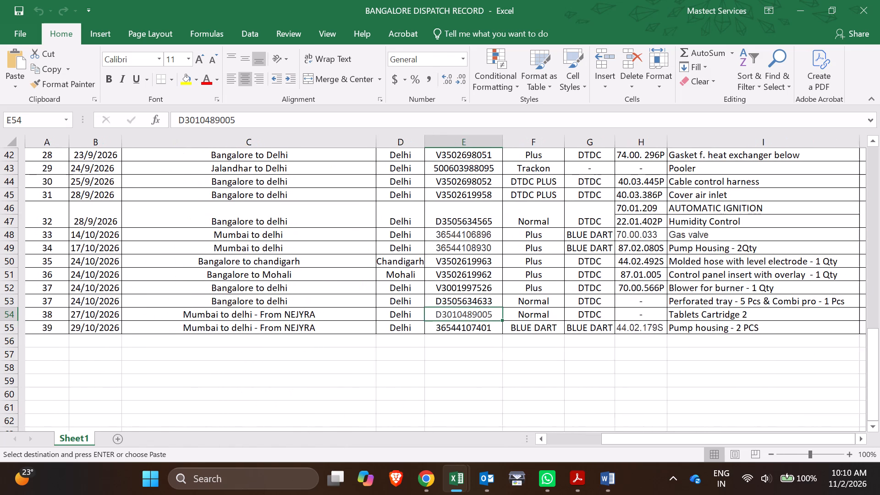
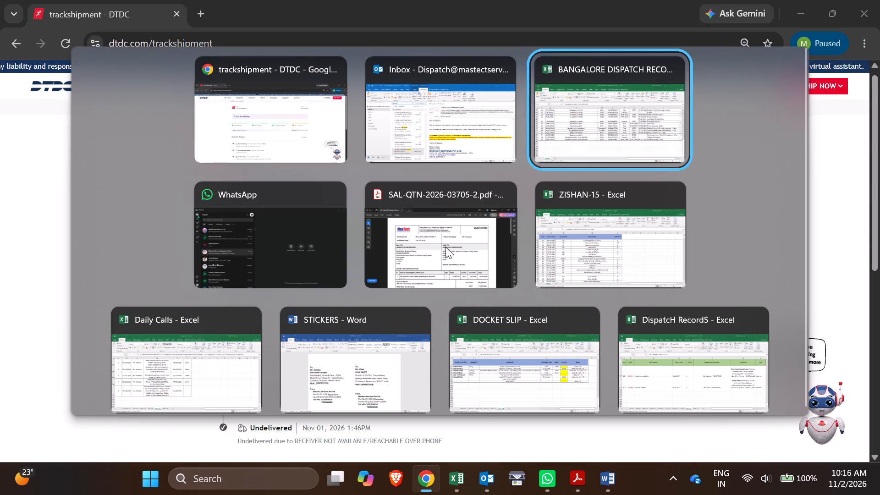
key("alt+Tab")
key("alt+Tab")
key("alt+Tab")
key("alt+Tab")
key("alt+Tab")
key("alt+Tab")
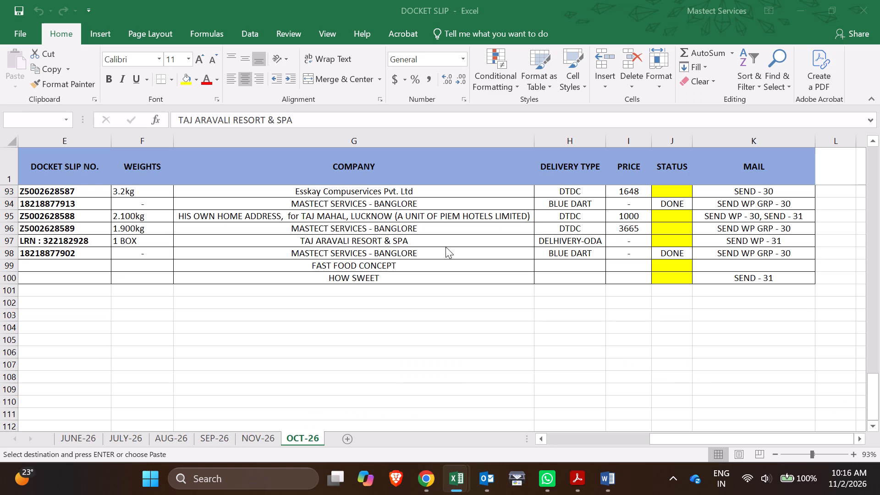
key("ctrl+f")
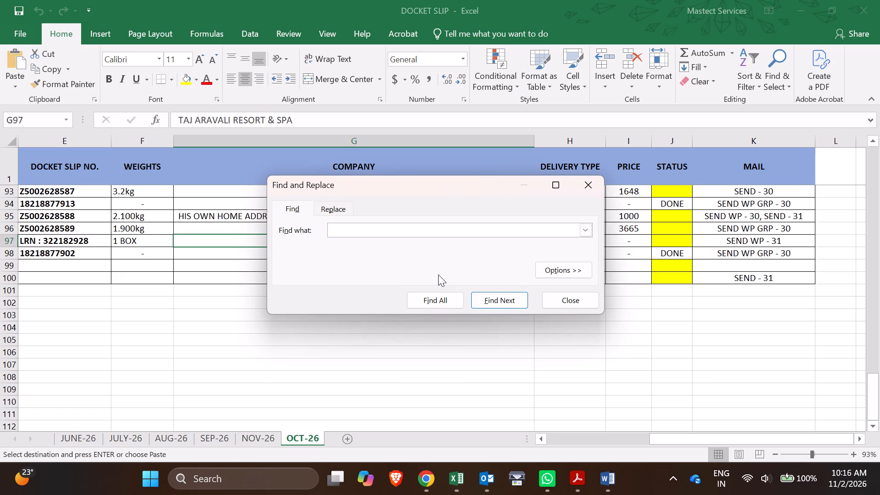
key("d")
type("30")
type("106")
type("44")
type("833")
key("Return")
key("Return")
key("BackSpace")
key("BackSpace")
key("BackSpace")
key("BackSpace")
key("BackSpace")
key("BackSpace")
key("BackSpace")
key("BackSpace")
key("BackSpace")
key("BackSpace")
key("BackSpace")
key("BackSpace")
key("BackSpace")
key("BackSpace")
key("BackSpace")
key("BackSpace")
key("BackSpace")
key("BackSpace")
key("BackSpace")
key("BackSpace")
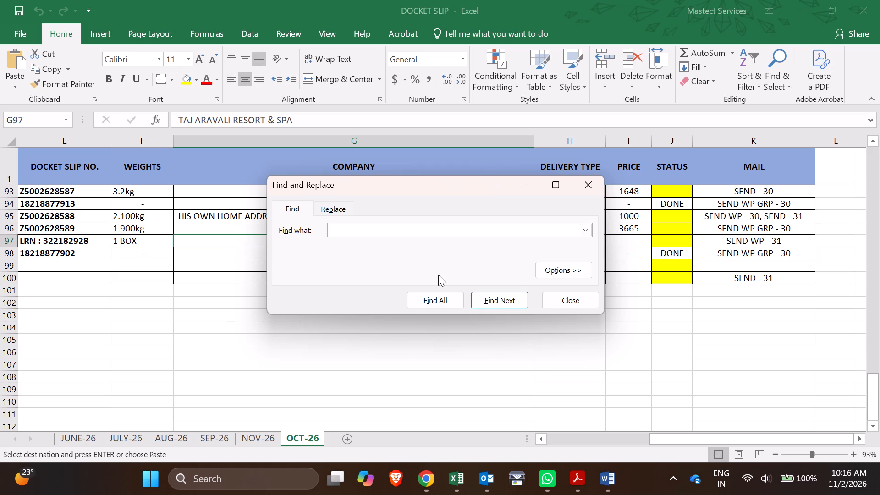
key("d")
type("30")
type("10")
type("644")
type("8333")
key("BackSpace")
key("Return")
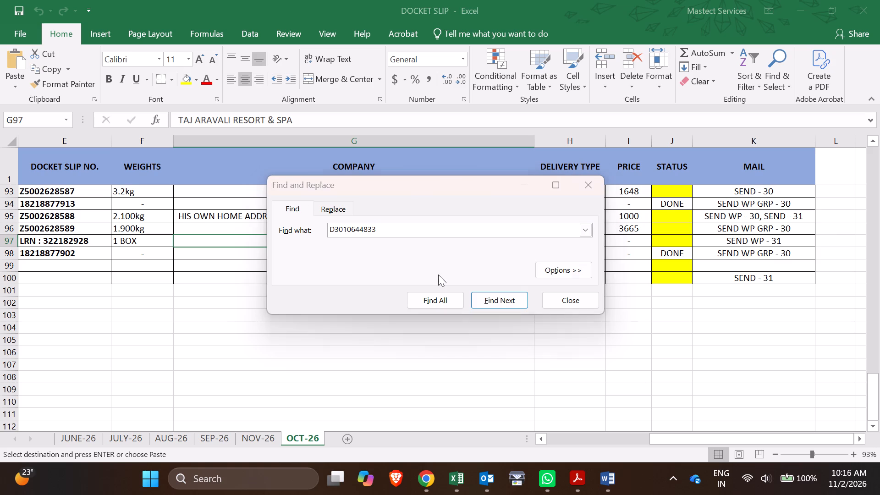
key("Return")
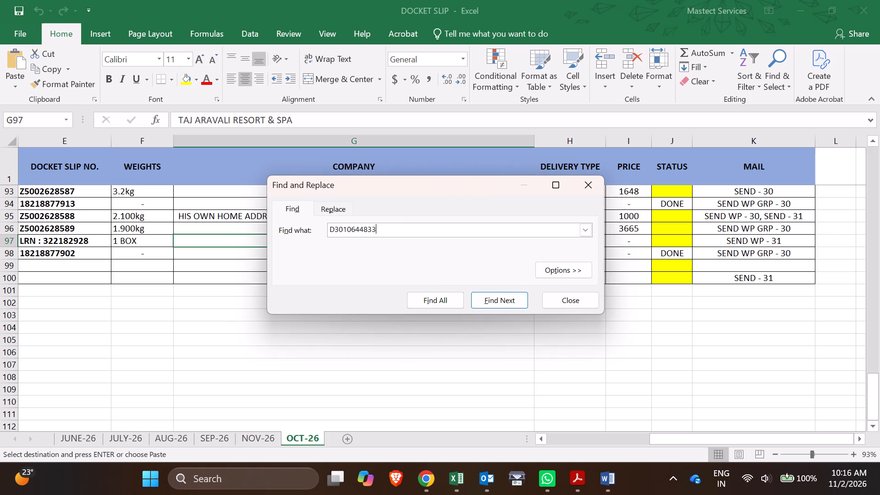
left_click(276, 437)
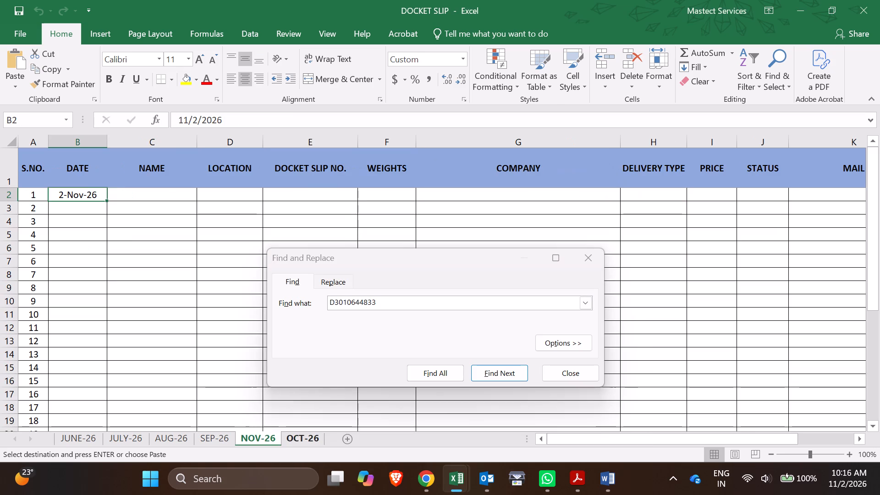
left_click(507, 378)
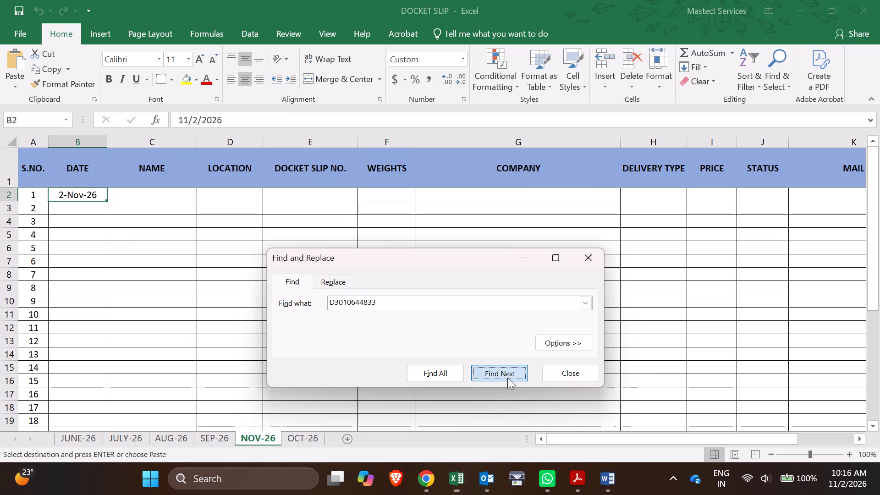
left_click(220, 440)
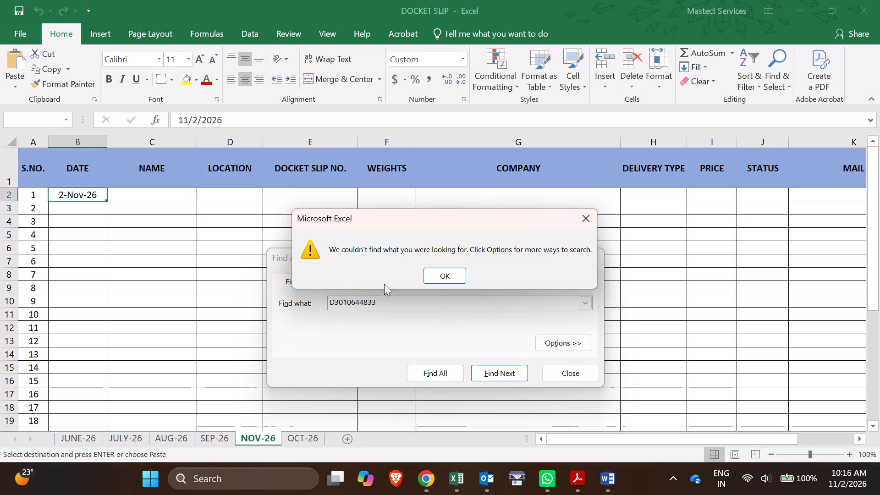
left_click(424, 278)
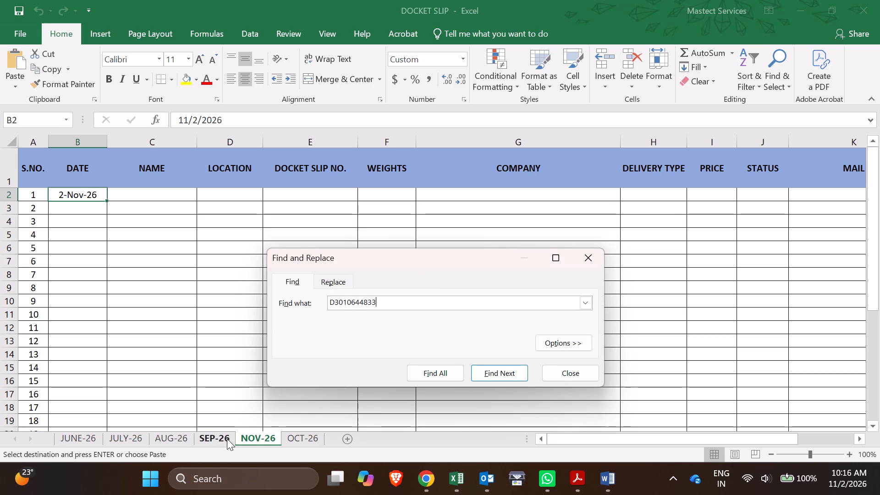
left_click(216, 435)
left_click(496, 373)
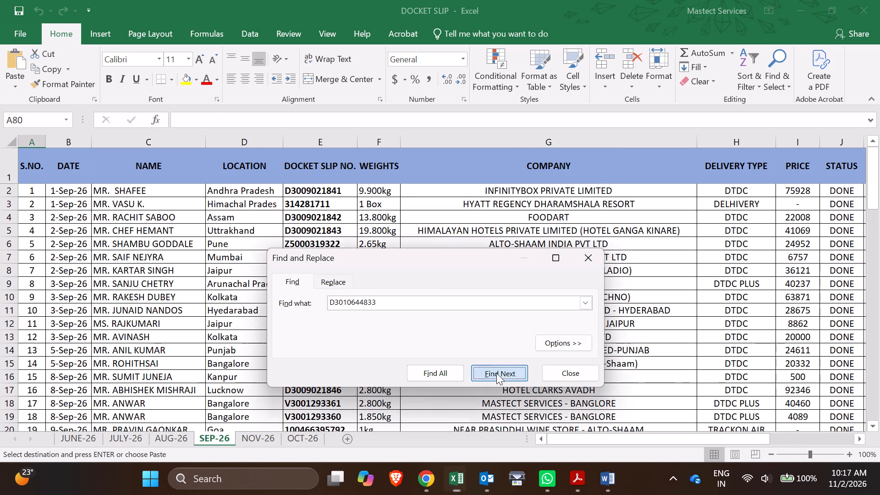
left_click(447, 276)
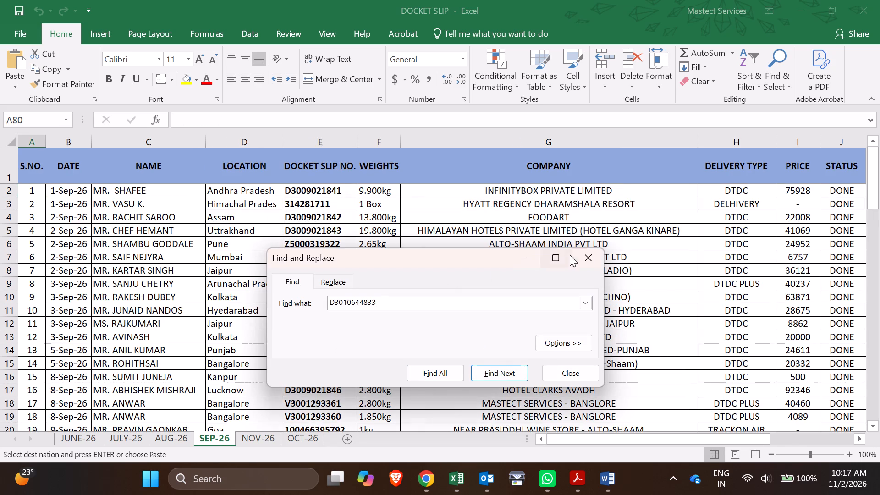
left_click(587, 253)
key("alt+Tab")
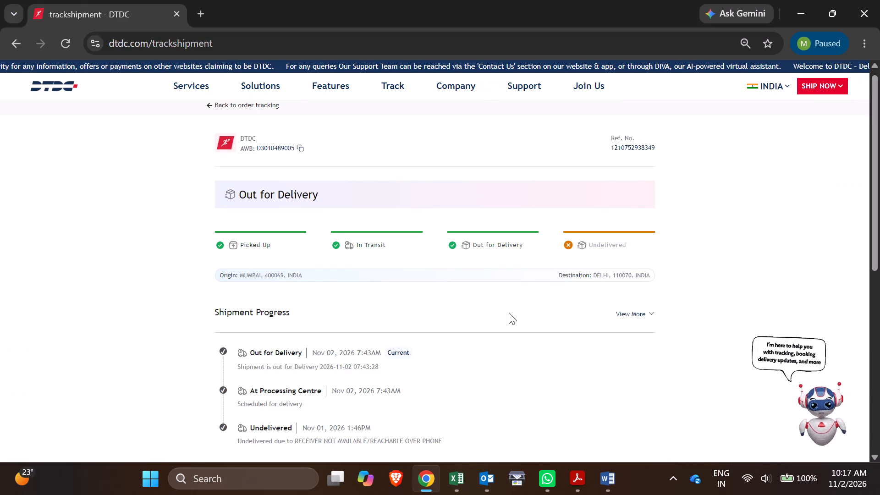
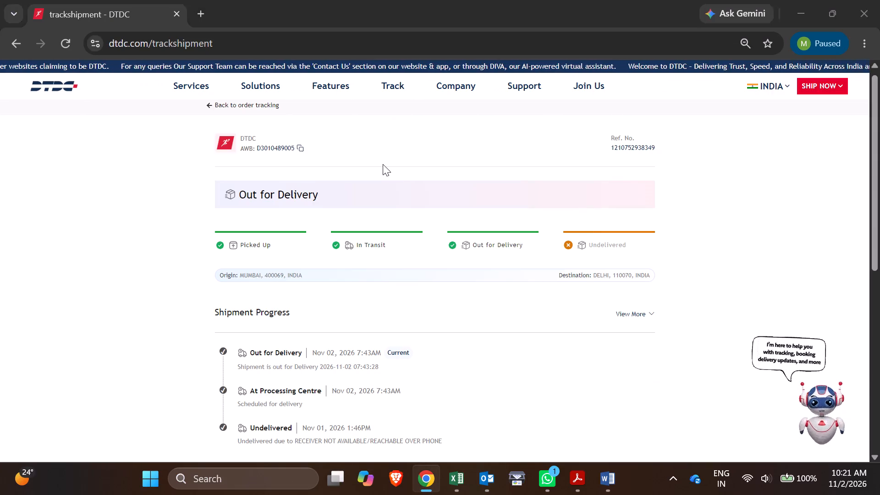
key("alt+Tab")
key("alt+Tab")
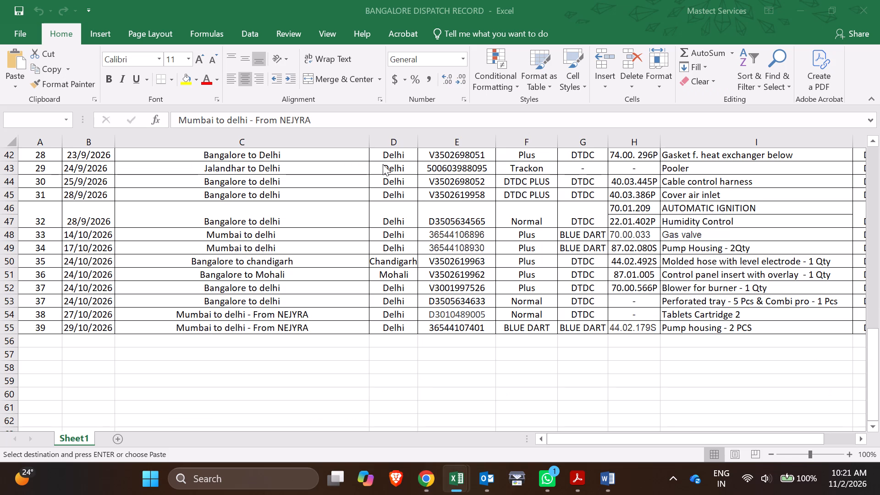
scroll(657, 287, "left", 1)
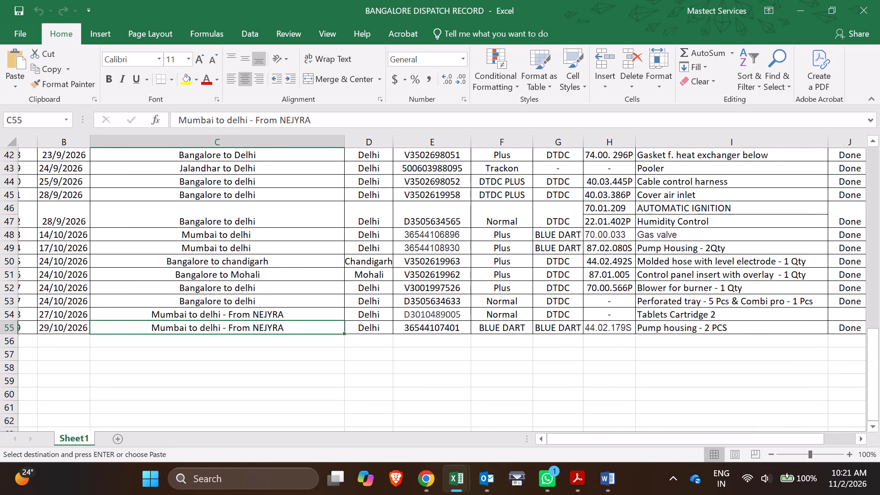
scroll(657, 287, "left", 1)
left_click(355, 312)
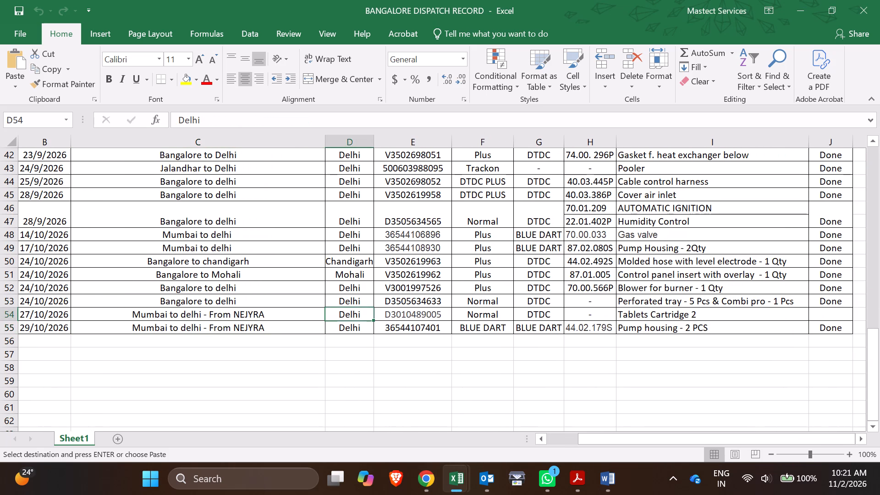
scroll(355, 312, "left", 1)
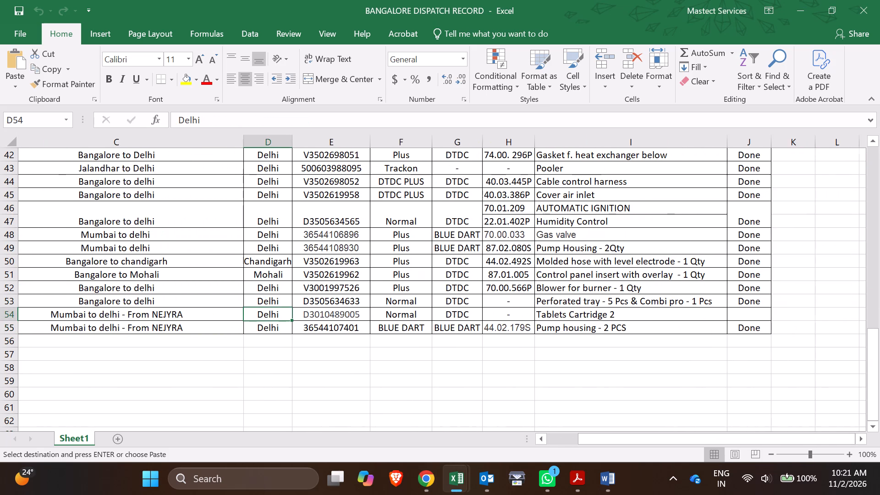
scroll(355, 312, "left", 1)
left_click(355, 312)
key("alt+Tab")
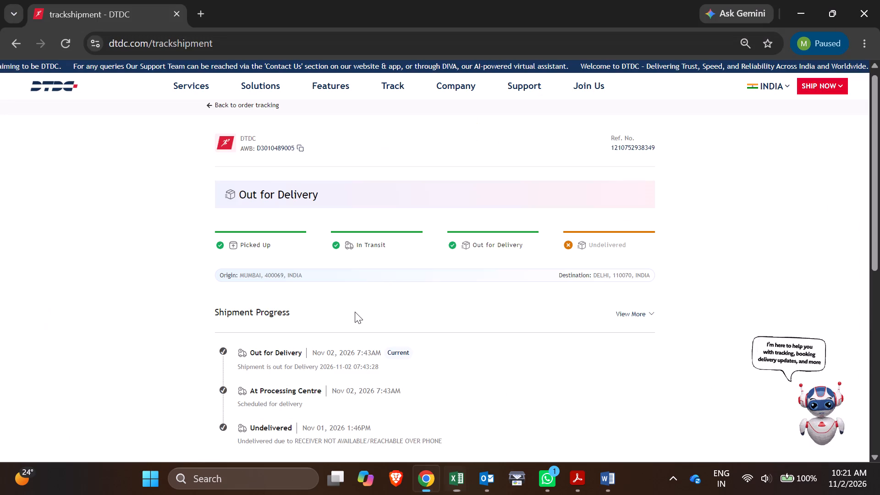
scroll(413, 274, "down", 1)
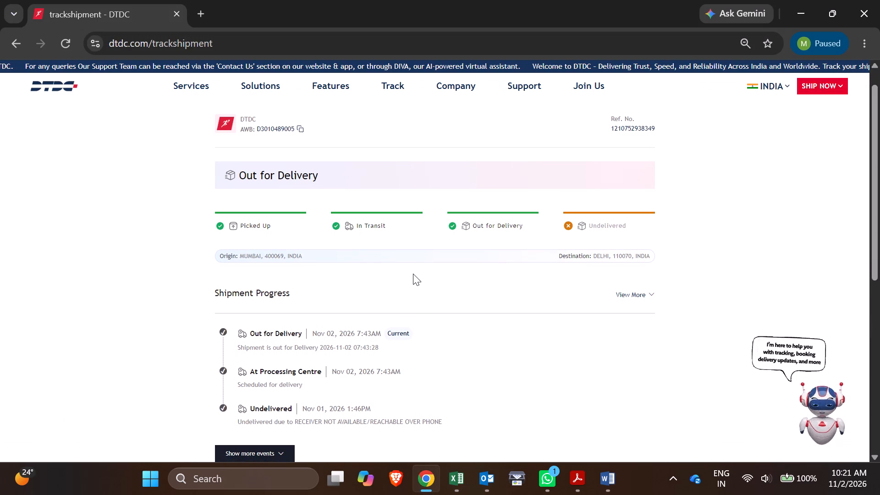
scroll(413, 274, "down", 2)
key("shift+super+s")
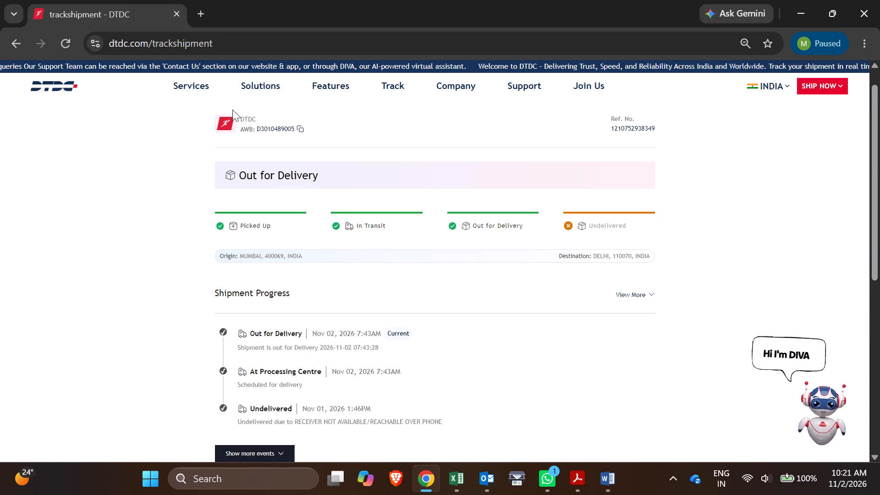
left_click_drag(200, 99, 281, 328)
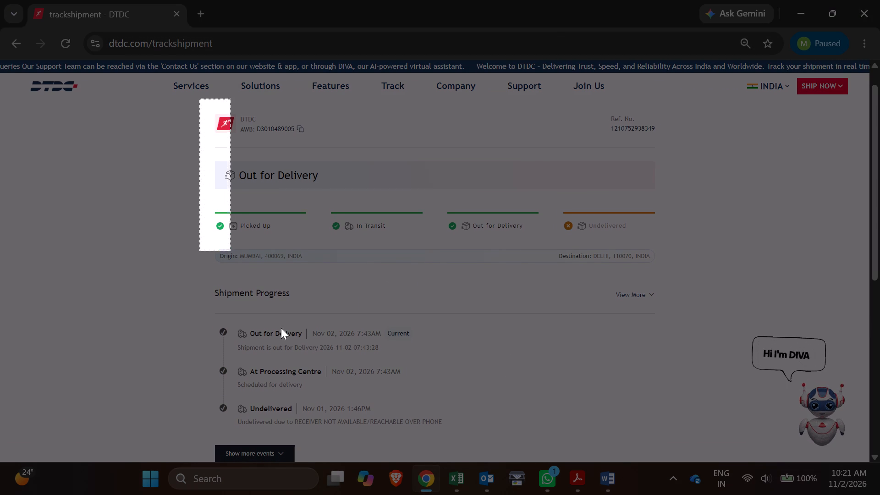
left_click_drag(281, 328, 684, 425)
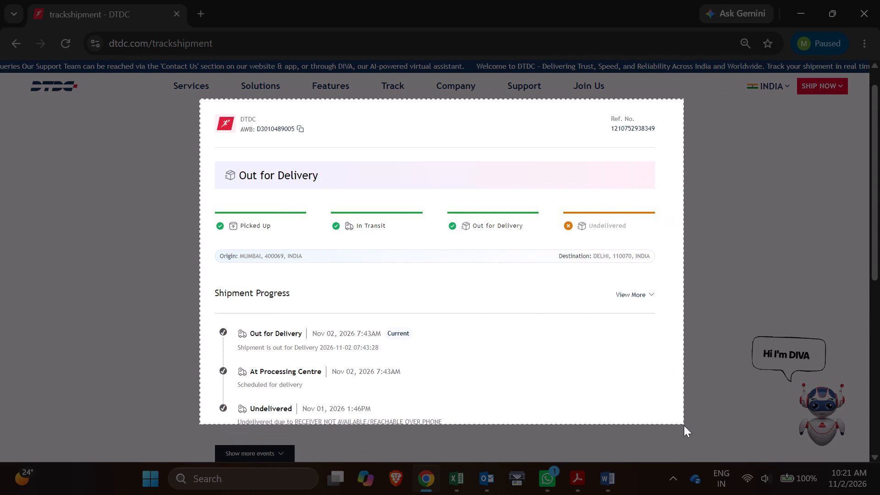
left_click_drag(684, 425, 684, 434)
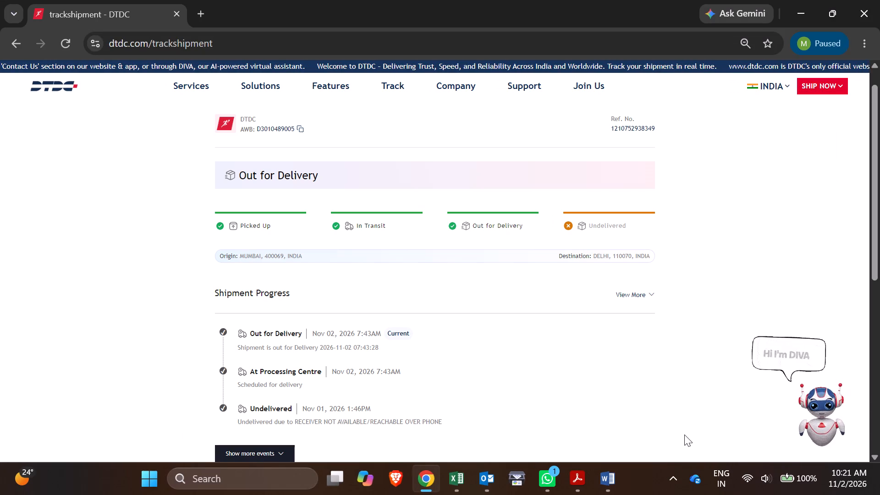